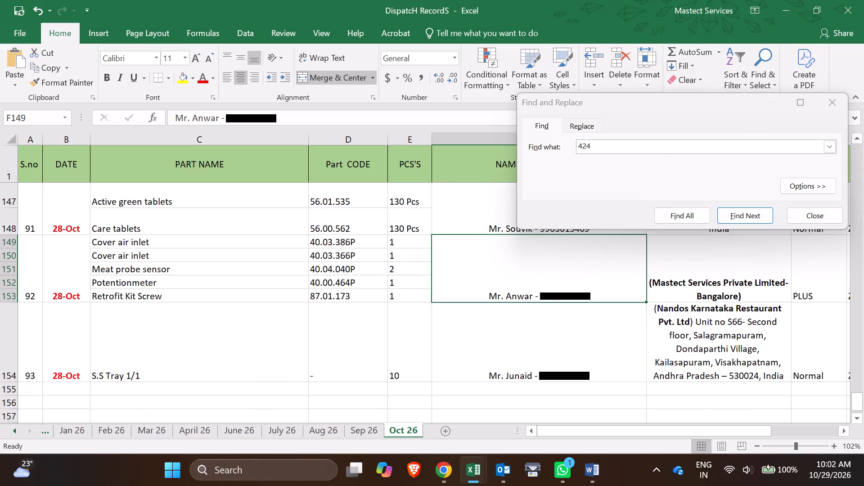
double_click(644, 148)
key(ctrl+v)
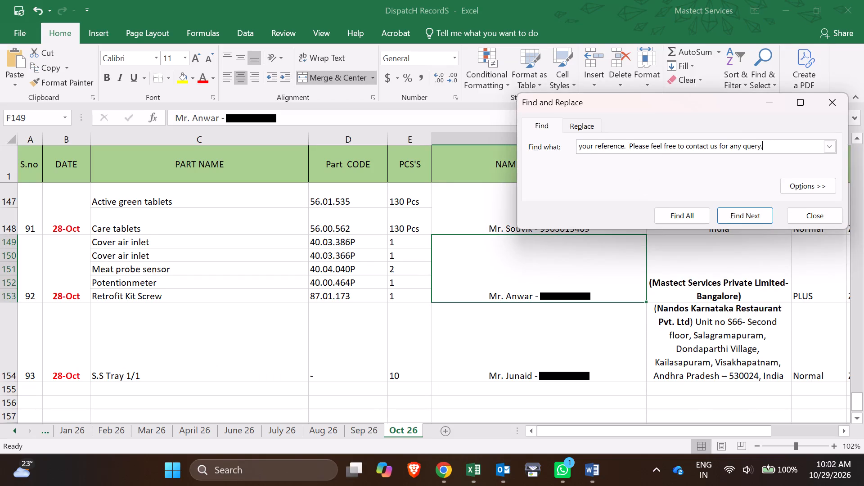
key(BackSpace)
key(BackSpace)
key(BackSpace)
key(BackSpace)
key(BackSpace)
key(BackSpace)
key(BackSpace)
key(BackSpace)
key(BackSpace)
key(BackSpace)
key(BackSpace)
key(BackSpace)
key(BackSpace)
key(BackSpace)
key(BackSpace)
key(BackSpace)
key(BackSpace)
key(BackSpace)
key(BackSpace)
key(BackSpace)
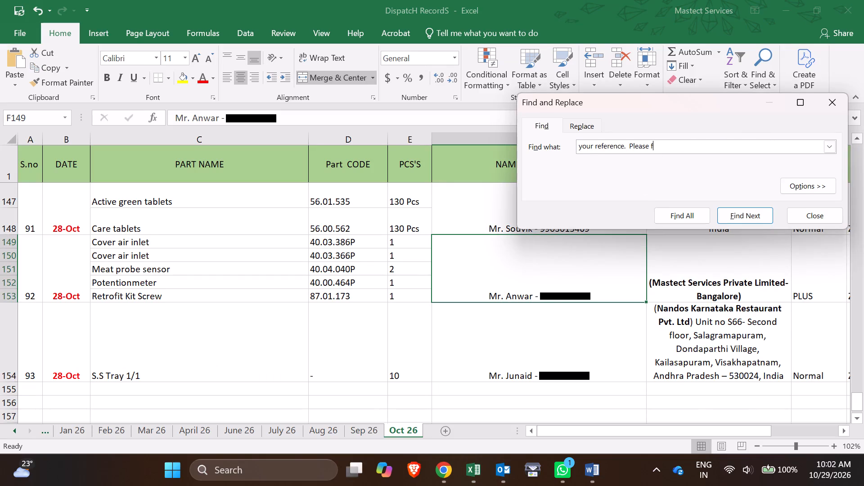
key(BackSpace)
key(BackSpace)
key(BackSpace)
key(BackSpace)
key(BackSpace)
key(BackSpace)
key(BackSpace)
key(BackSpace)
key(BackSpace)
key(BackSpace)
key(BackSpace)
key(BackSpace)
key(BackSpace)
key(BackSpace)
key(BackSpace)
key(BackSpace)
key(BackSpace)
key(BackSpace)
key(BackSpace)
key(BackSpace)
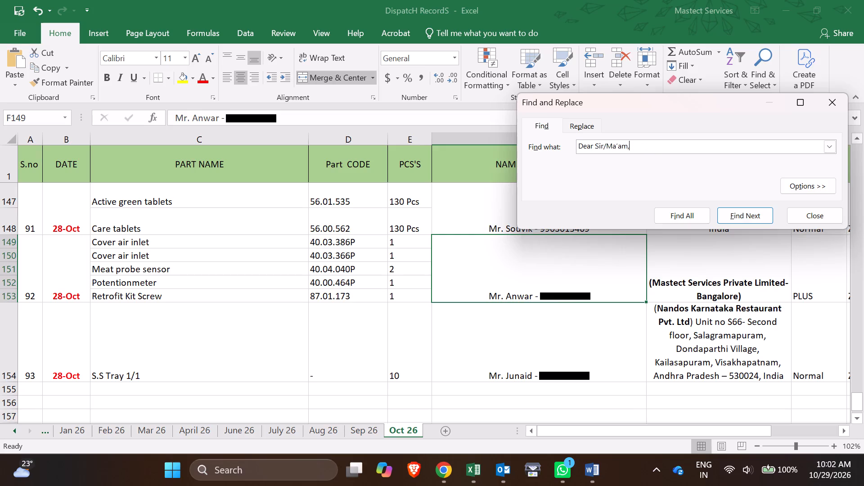
Search the Oct 26 dispatch sheet for "peerless" and close the search dialog.
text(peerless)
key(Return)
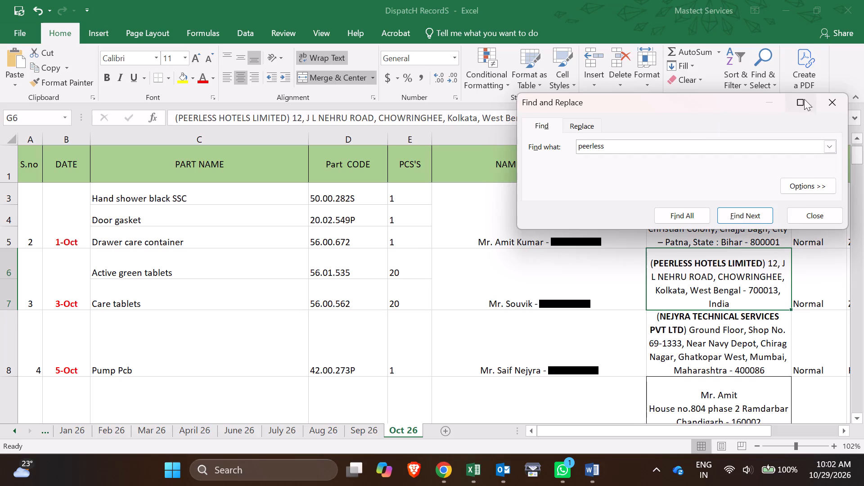
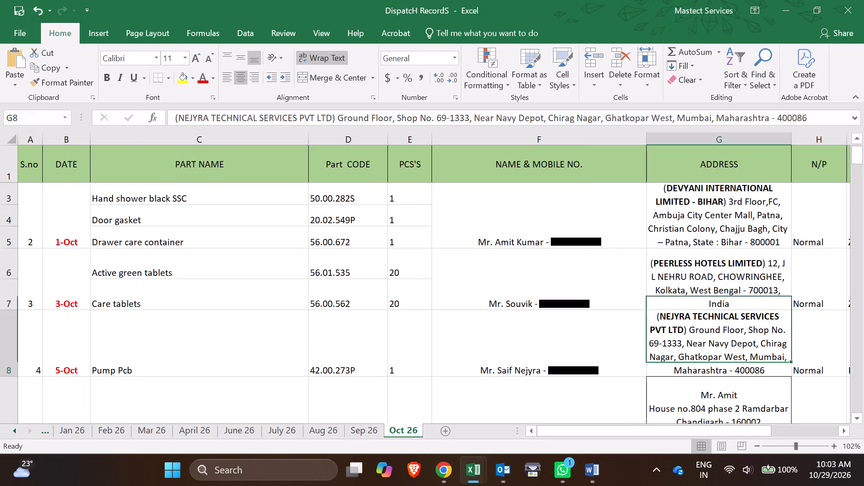
Look through the Oct 26 dispatch addresses down to the latest 28-Oct rows and go to the Peerless Hotels Limited entry there.
key(Return)
key(Return)
key(Return)
key(Return)
key(Return)
key(Return)
key(Return)
key(Return)
key(Return)
key(Return)
key(Return)
key(Return)
key(Return)
key(Return)
key(Return)
key(Return)
key(Return)
key(Return)
key(Return)
key(Return)
key(Return)
key(Return)
key(Return)
key(Return)
key(Return)
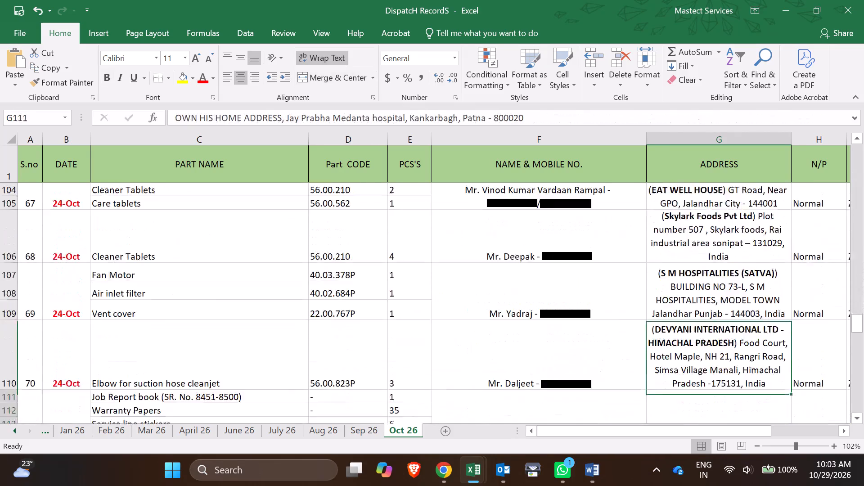
key(Return)
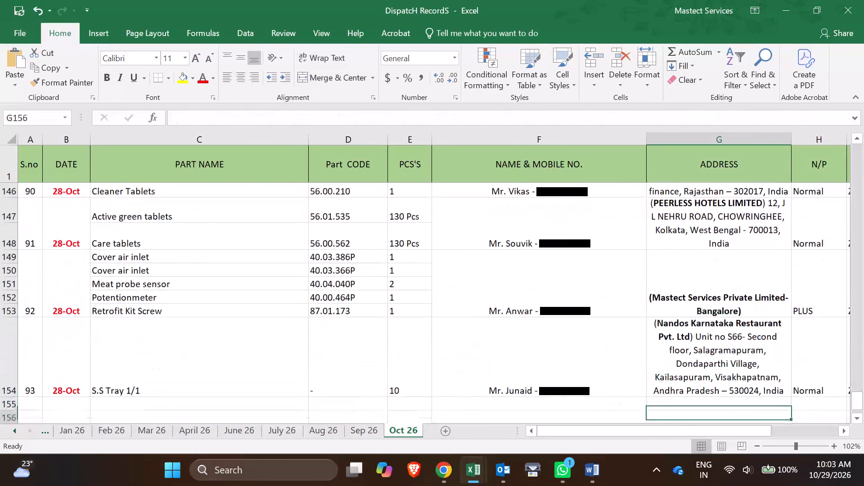
key(Up)
key(Up)
key(Up)
key(Up)
key(Left)
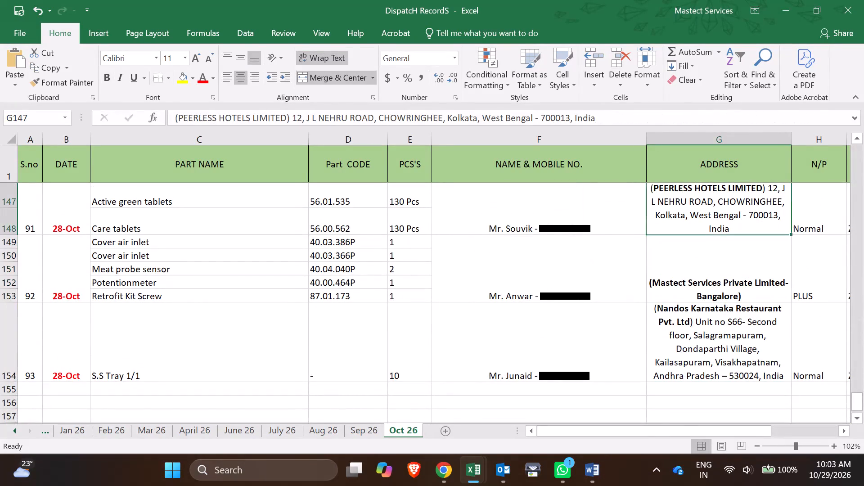
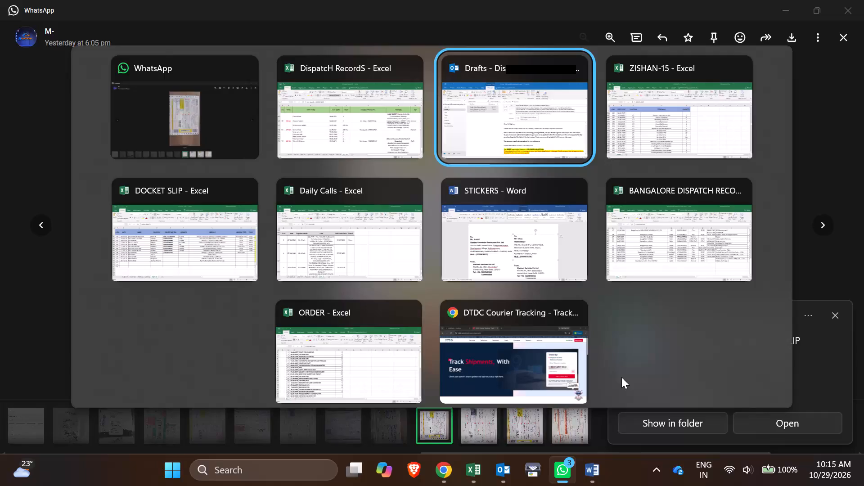
Switch from WhatsApp to the open Daily Calls workbook in Excel.
key(alt+Left)
key(alt+Down)
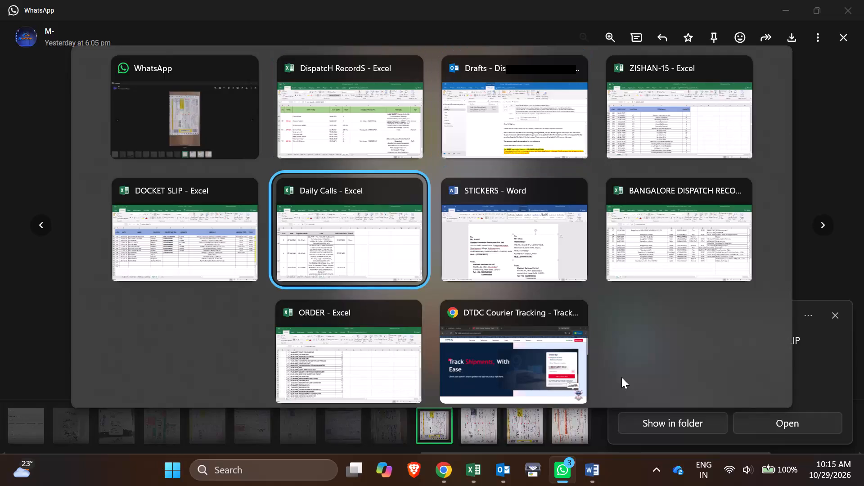
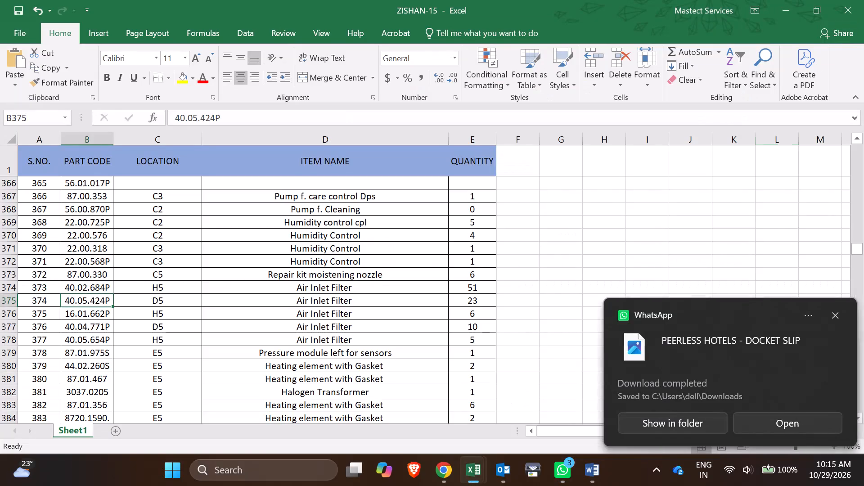
Bring up the Find search in the ZISHAN-15 parts stock workbook.
click(688, 231)
key(ctrl+f)
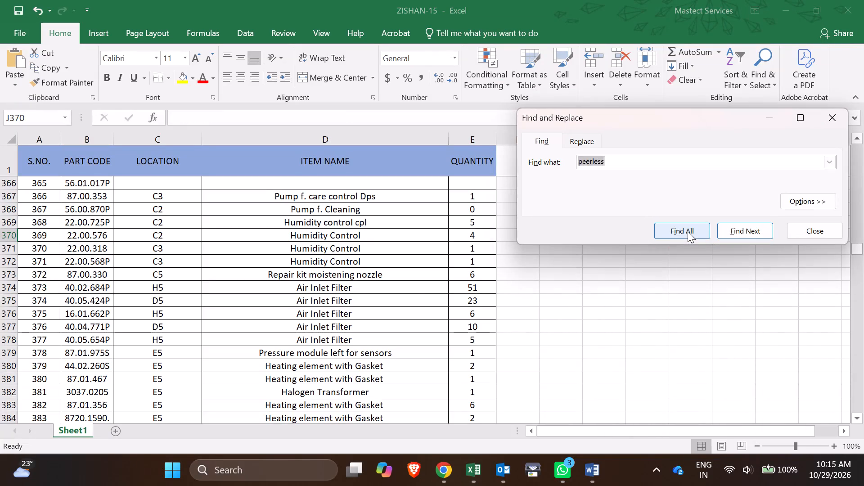
Search the parts inventory sheet for part code 87.102.1080 and close the search afterward.
key(BackSpace)
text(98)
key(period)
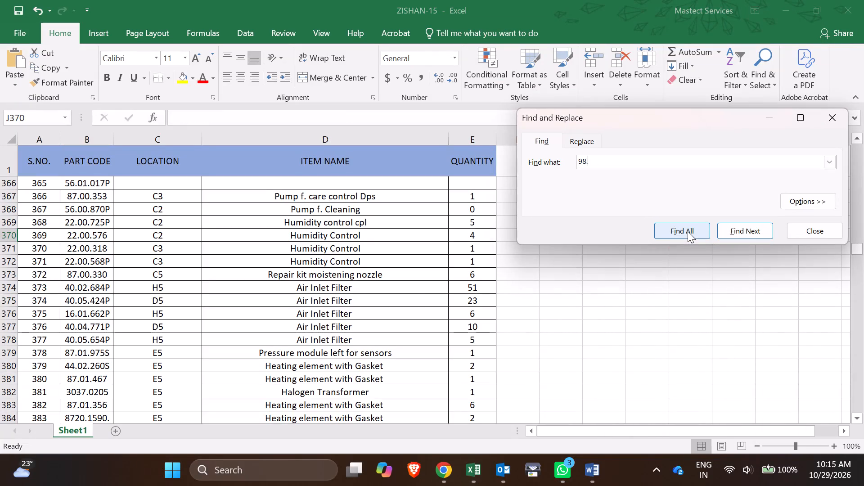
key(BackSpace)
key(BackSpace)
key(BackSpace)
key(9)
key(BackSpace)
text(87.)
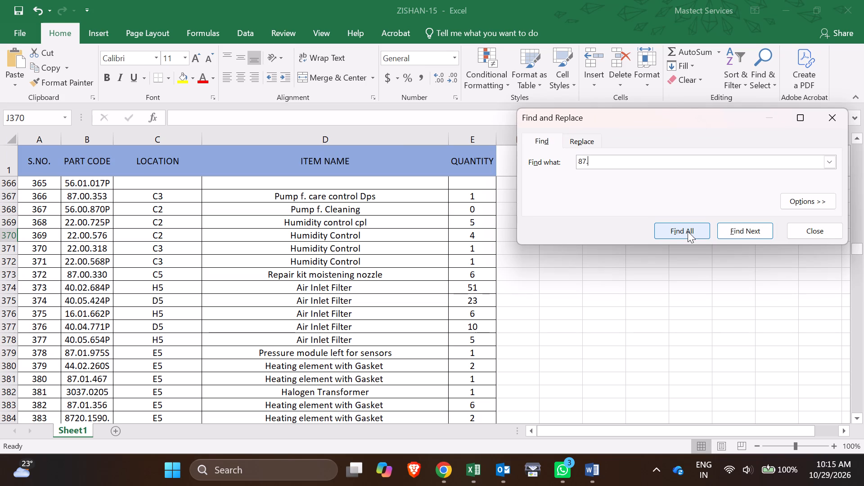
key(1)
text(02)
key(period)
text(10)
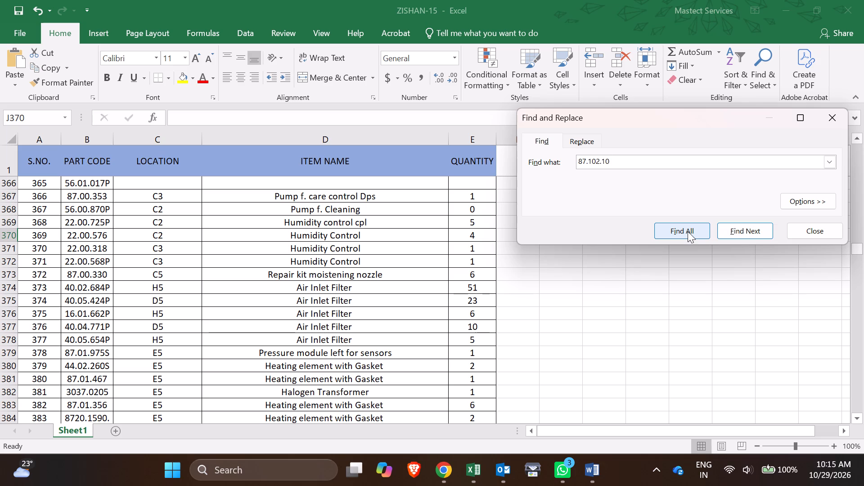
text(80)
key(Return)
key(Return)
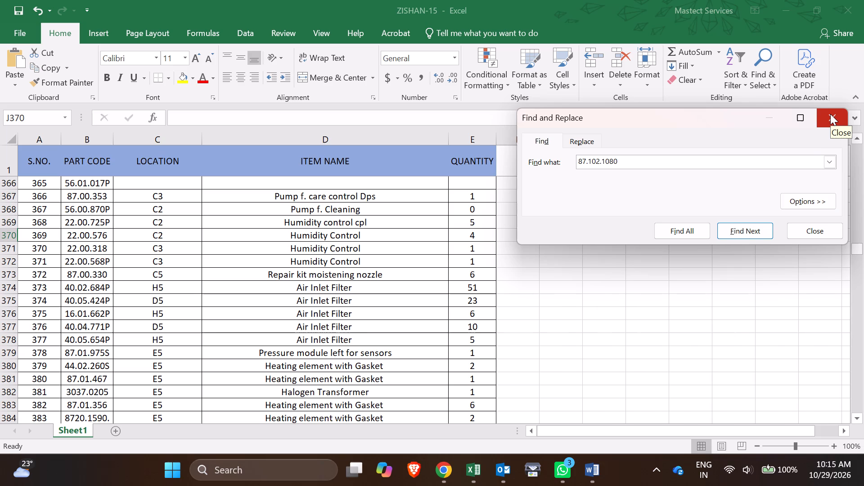
click(784, 161)
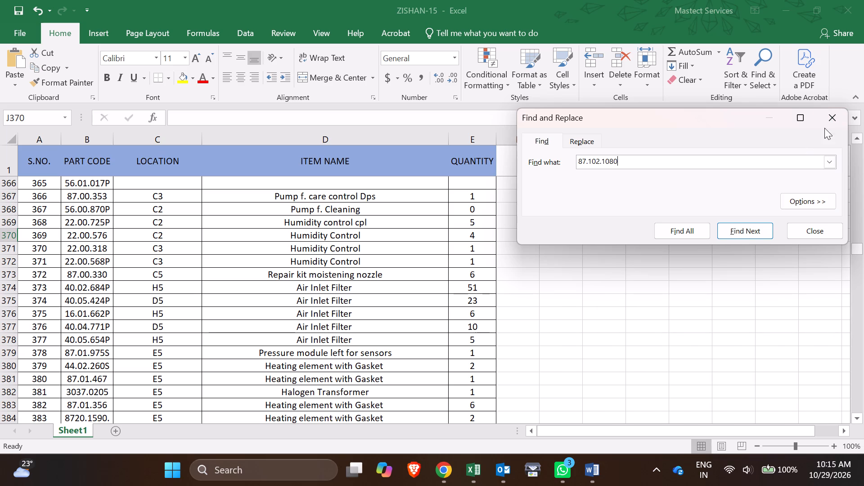
click(830, 120)
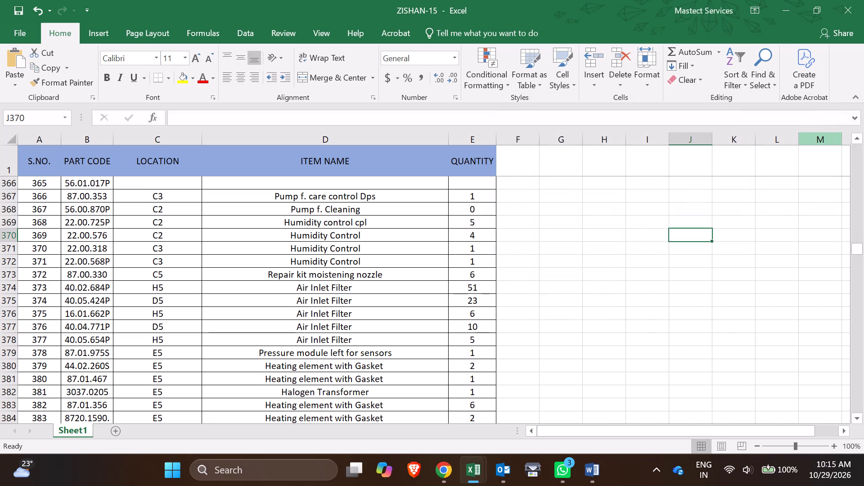
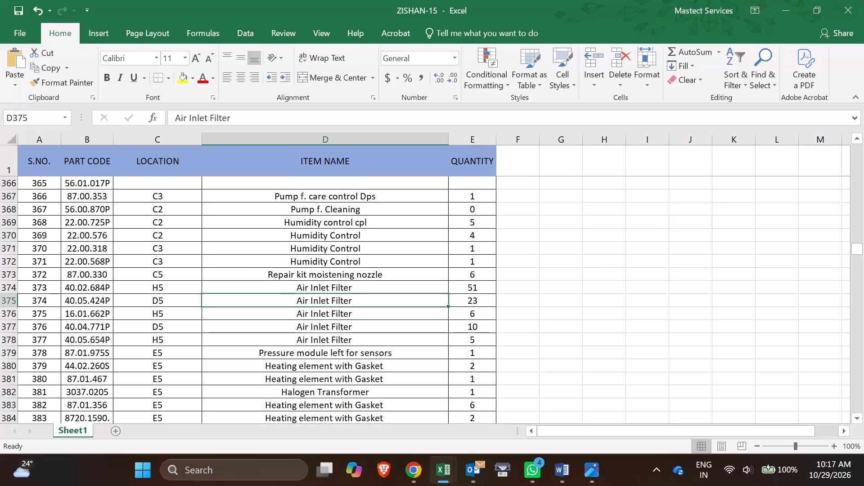
Search the parts inventory sheet for part code 87.02.080, using the copied code, and check for further matches.
key(ctrl+f)
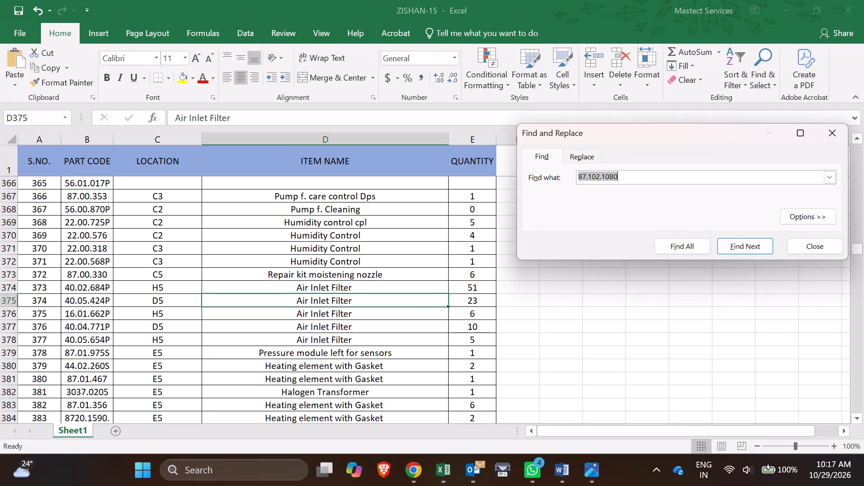
key(BackSpace)
key(ctrl+v)
key(Return)
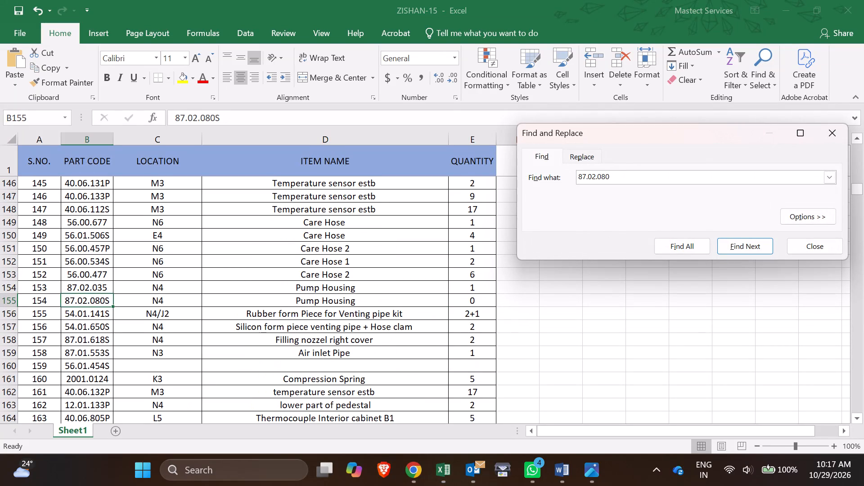
key(Return)
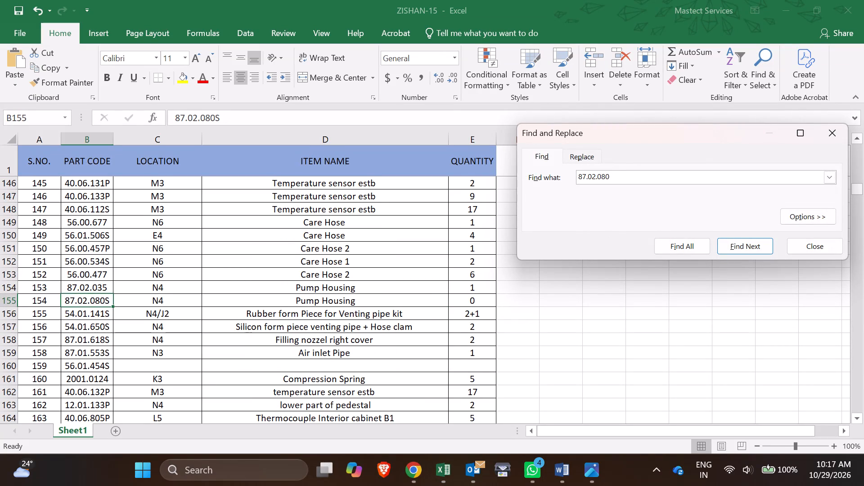
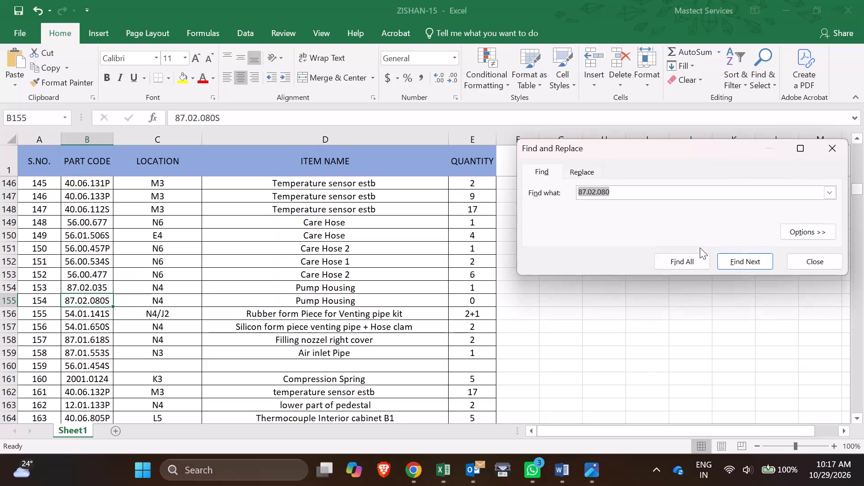
Search the parts inventory sheet for part code 44.02.179S, using the copied code without its trailing space.
key(BackSpace)
key(ctrl+v)
key(Return)
key(Return)
key(BackSpace)
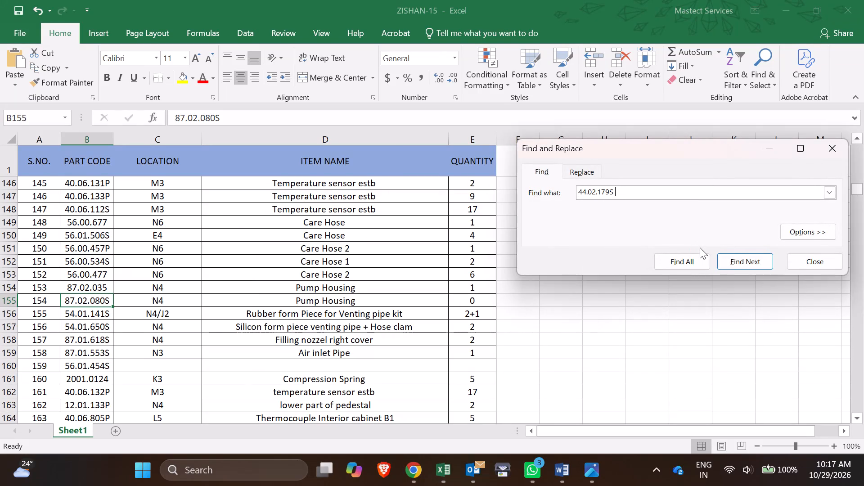
key(Return)
key(Return)
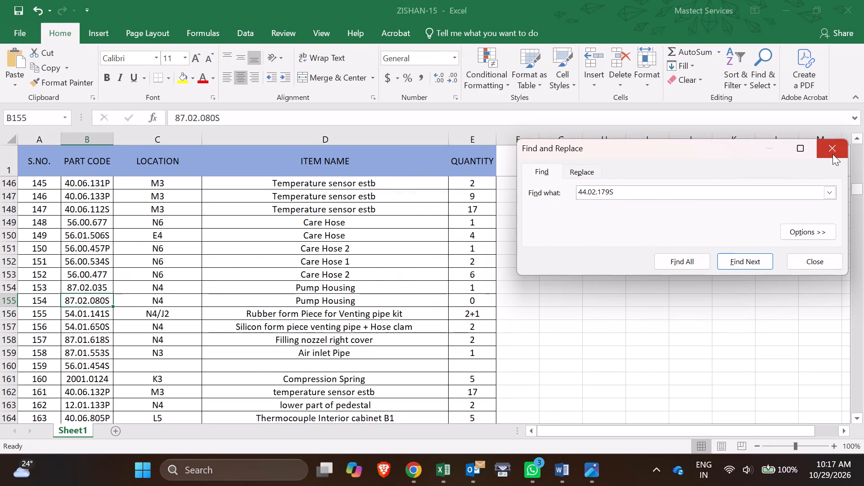